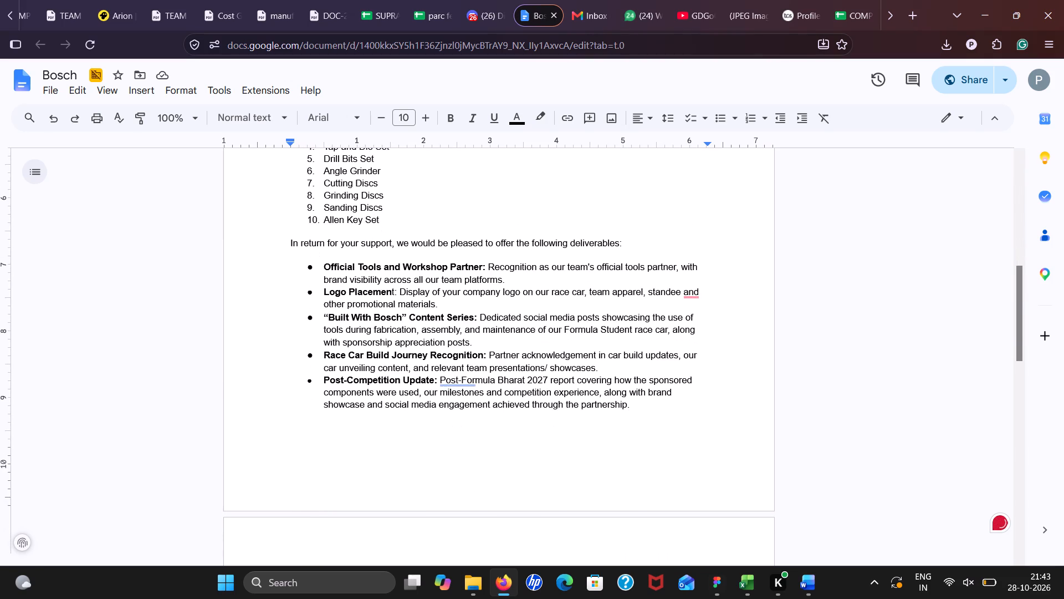
Accept the article correction in the closing paragraph, removing "a" before "part of our Formula Student journey".
scroll(445, 236, down, 4)
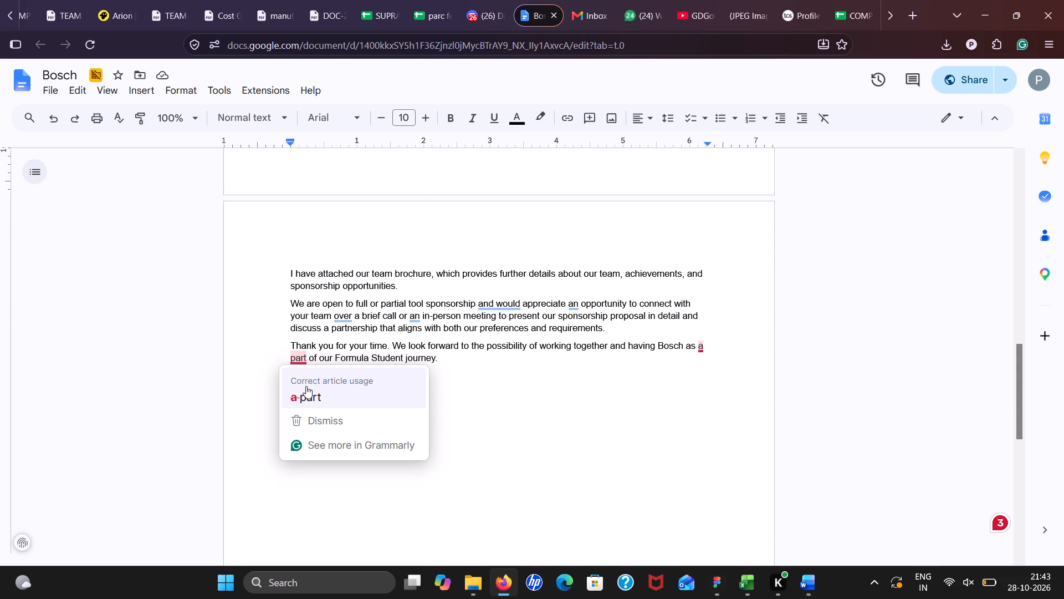
click(306, 386)
Review the Bosch letter from the competition results through the tool requirements list to the sponsorship deliverables.
scroll(306, 386, up, 4)
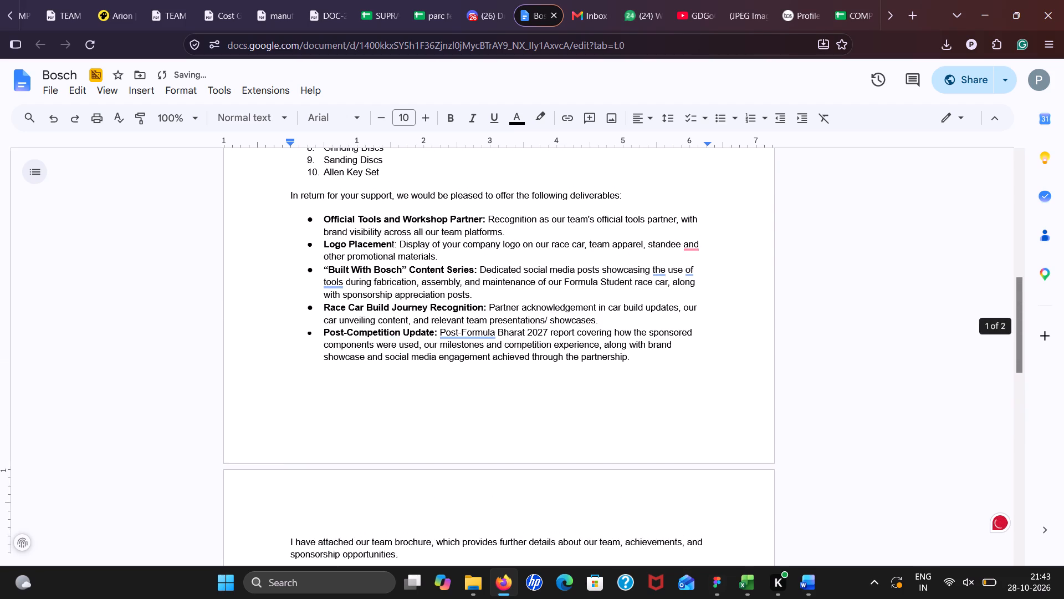
scroll(306, 386, up, 3)
scroll(306, 386, down, 1)
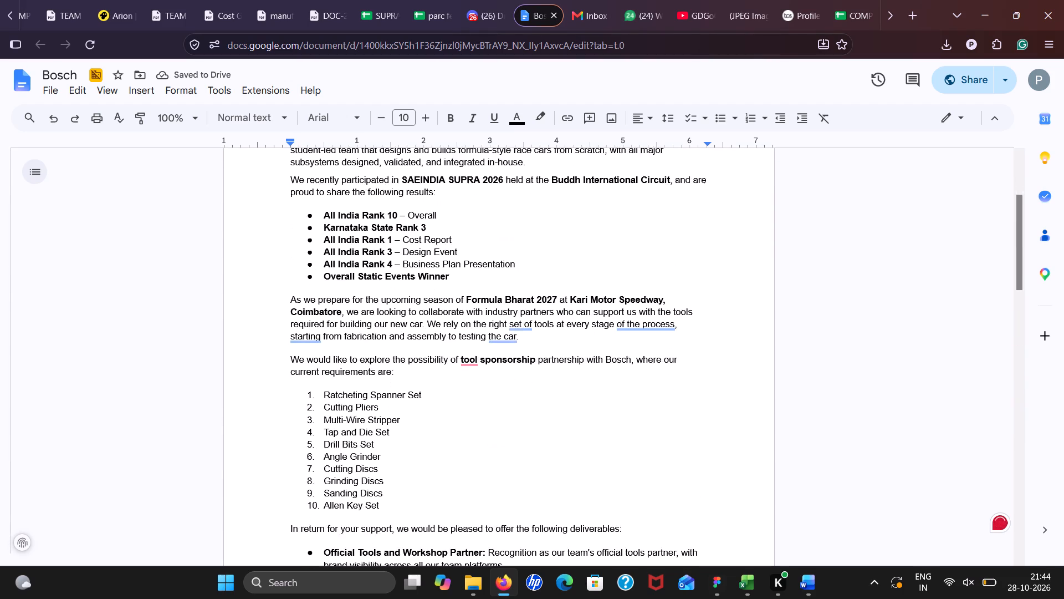
scroll(306, 386, down, 4)
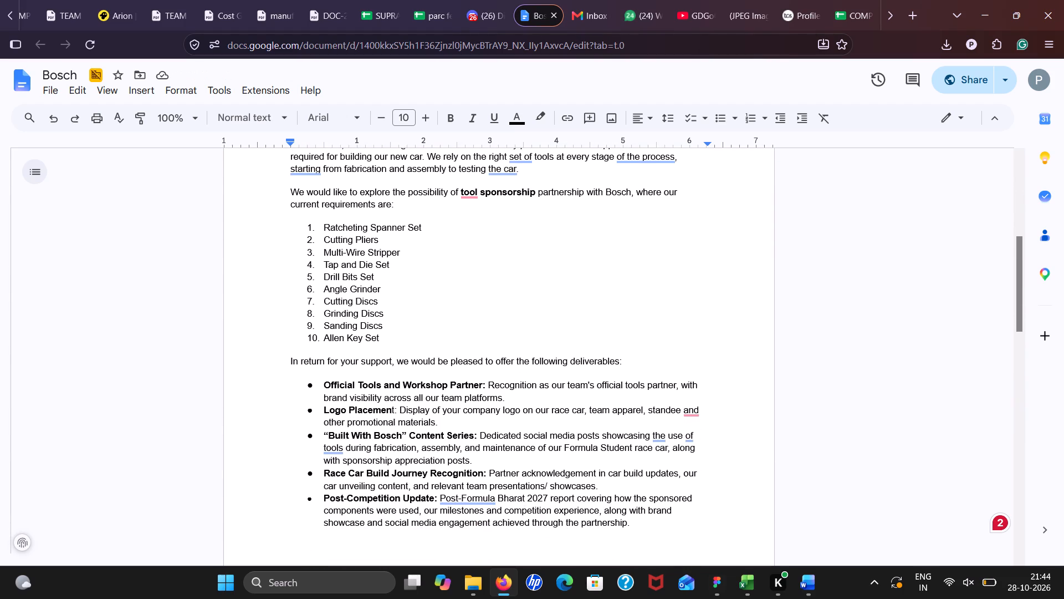
scroll(306, 386, down, 2)
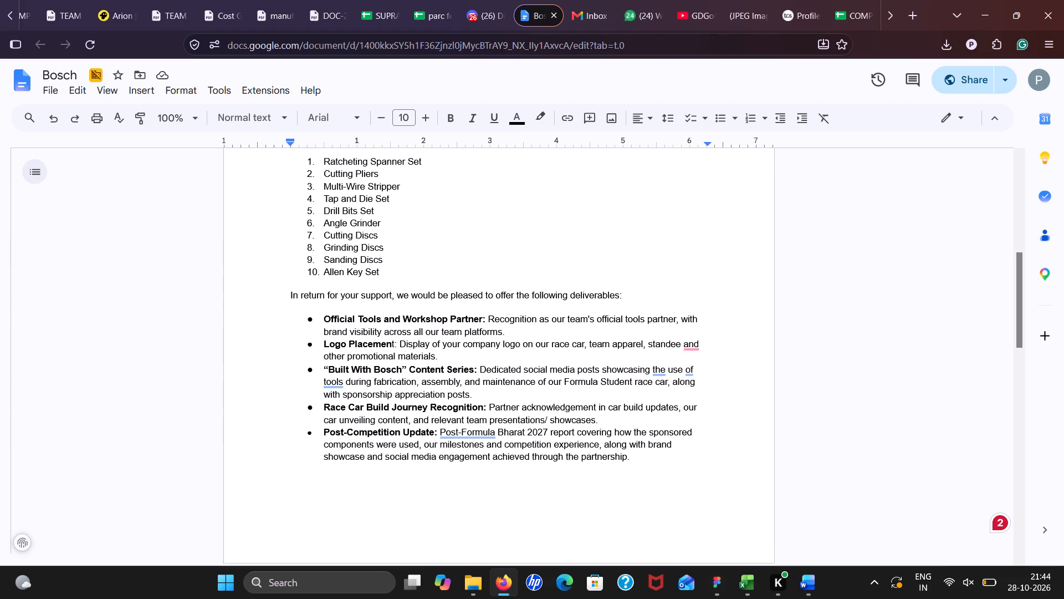
scroll(306, 386, down, 2)
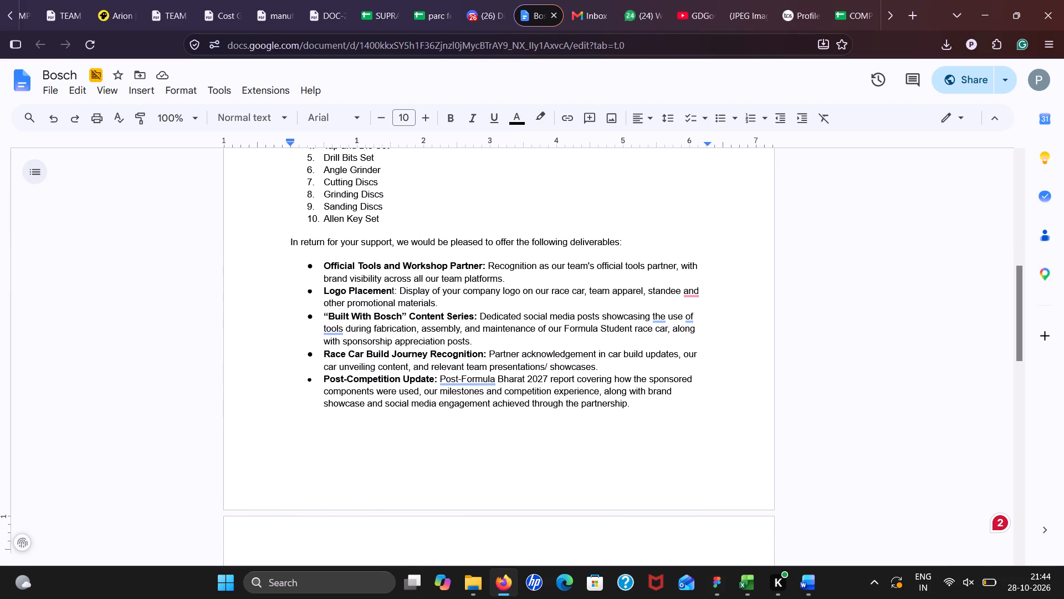
scroll(365, 355, left, 2)
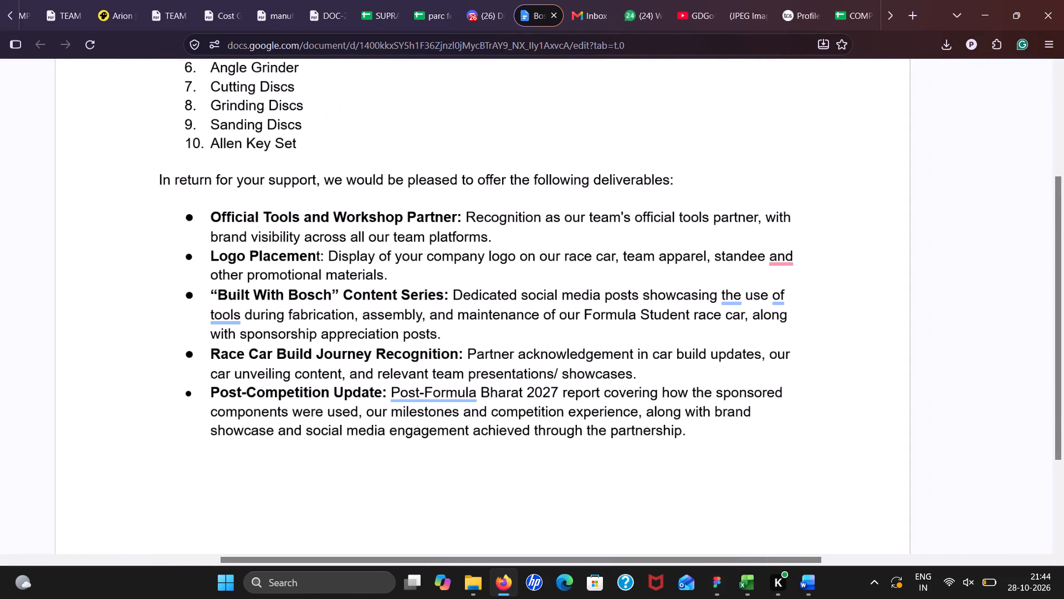
scroll(365, 355, left, 1)
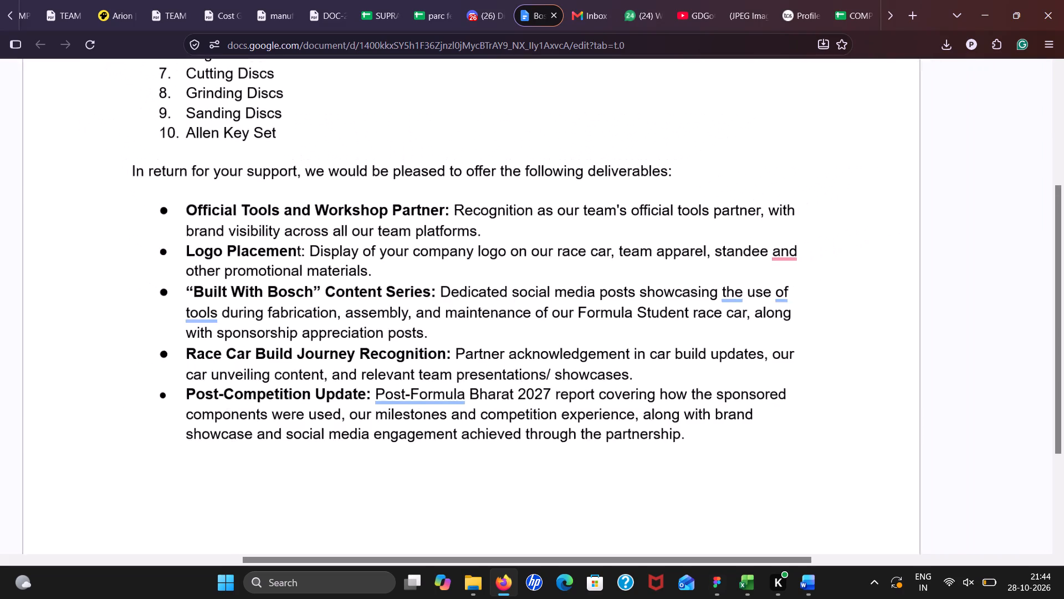
scroll(365, 355, right, 1)
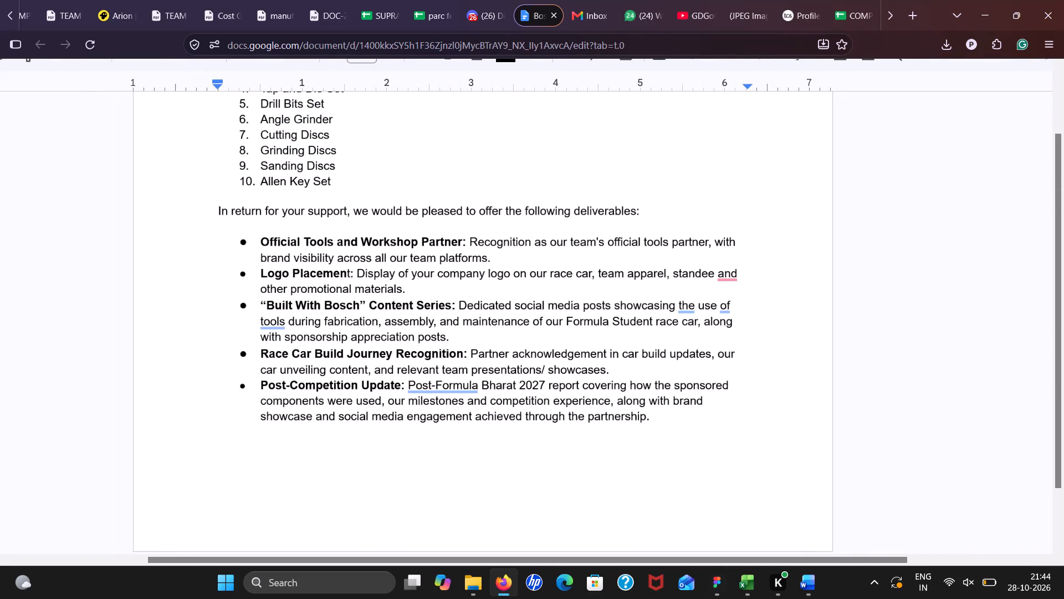
scroll(365, 355, right, 1)
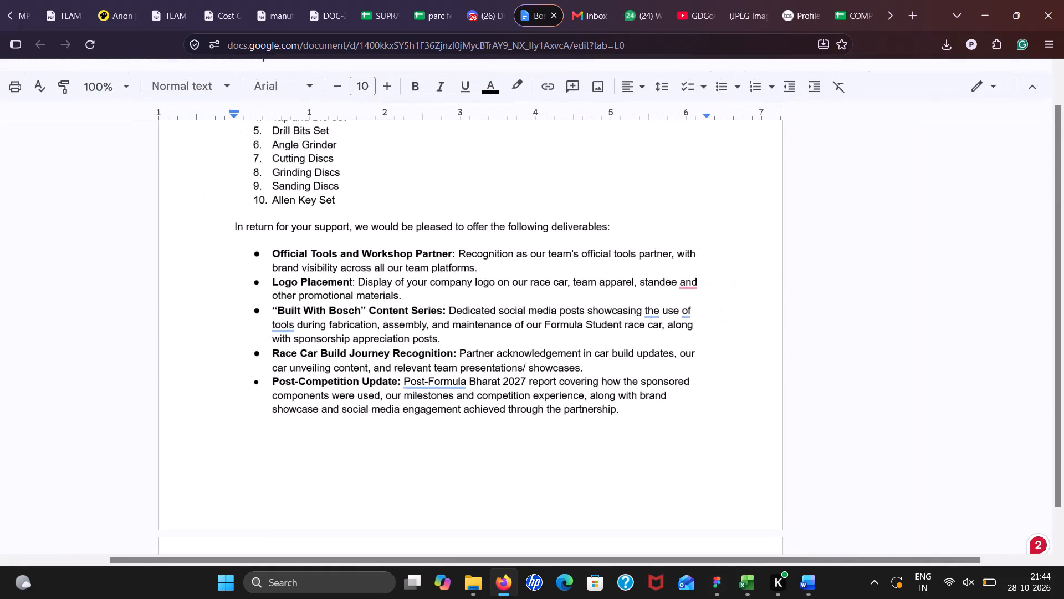
scroll(365, 355, up, 6)
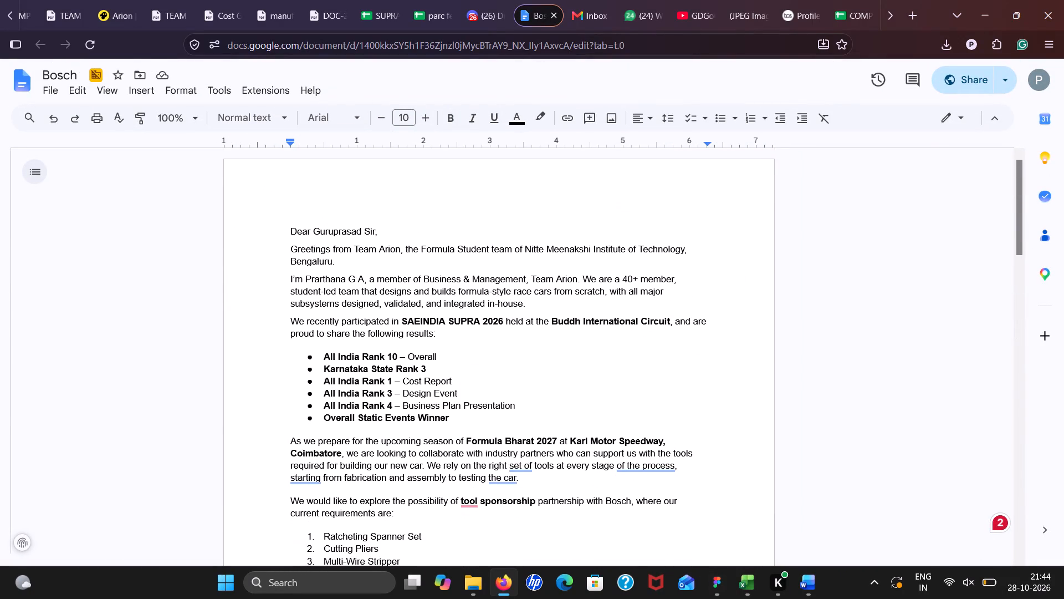
drag(287, 226, 474, 585)
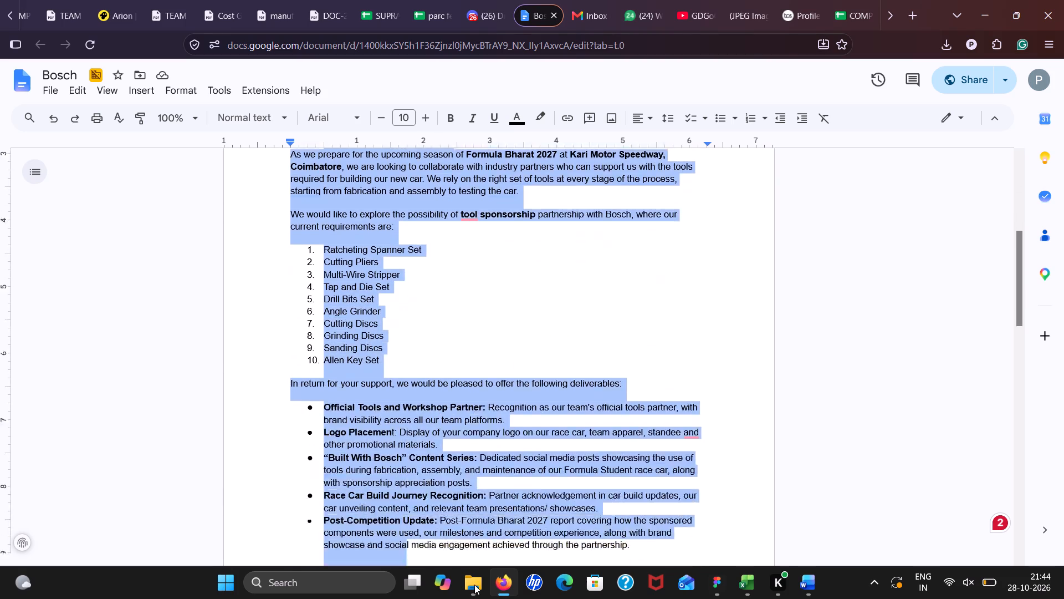
drag(474, 585, 553, 587)
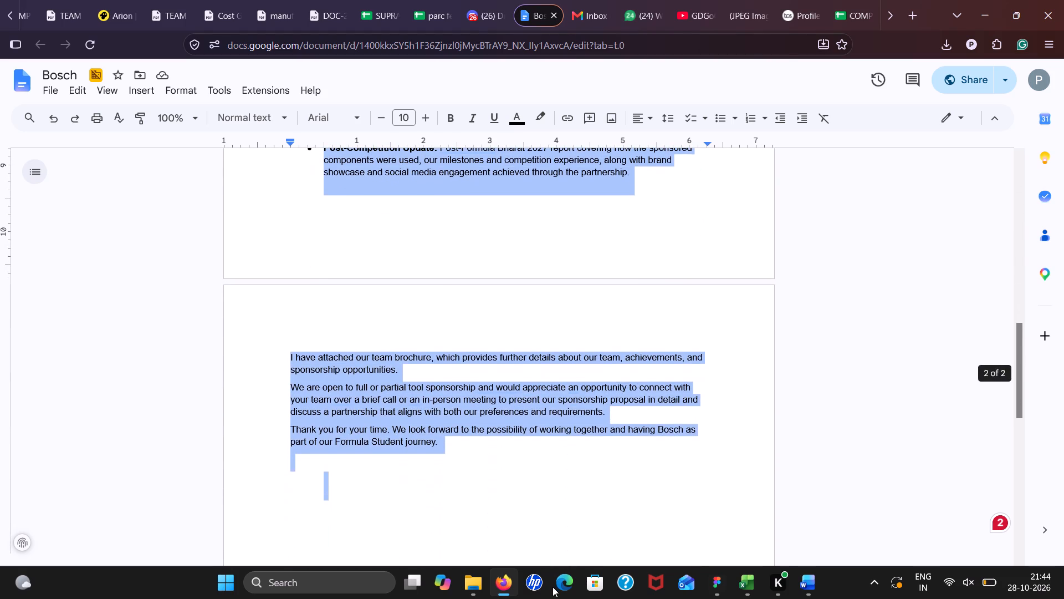
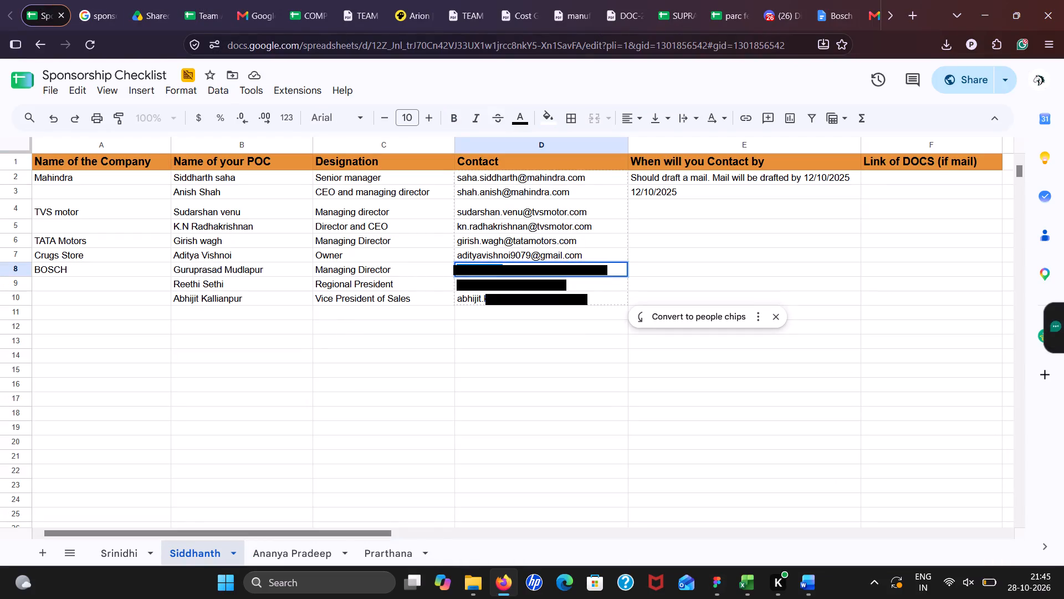
drag(458, 271, 614, 272)
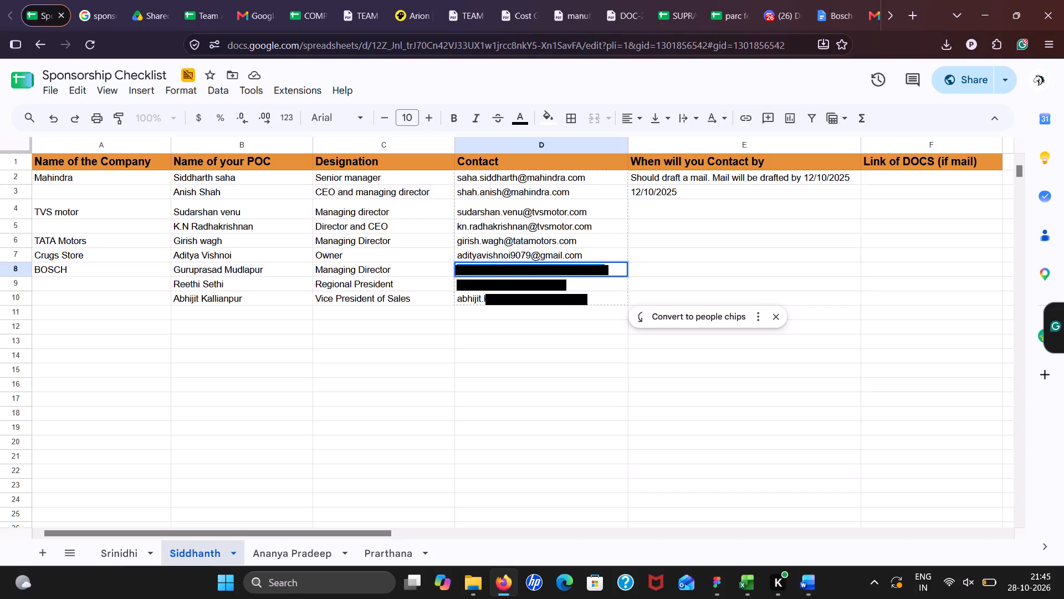